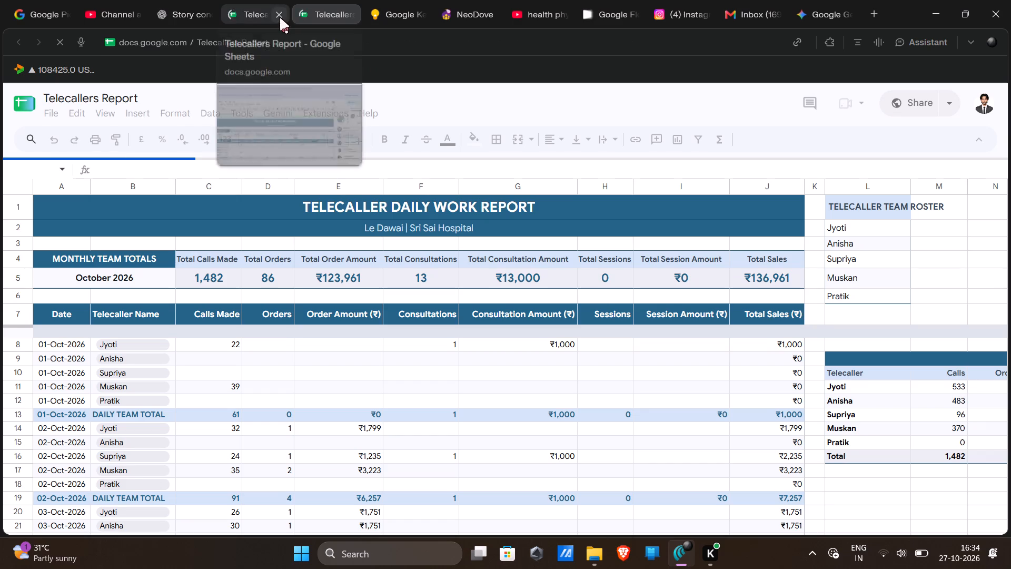
Close the duplicate browser tab of the Telecallers Report spreadsheet.
{"action": "left_click", "coordinate": [280, 18]}
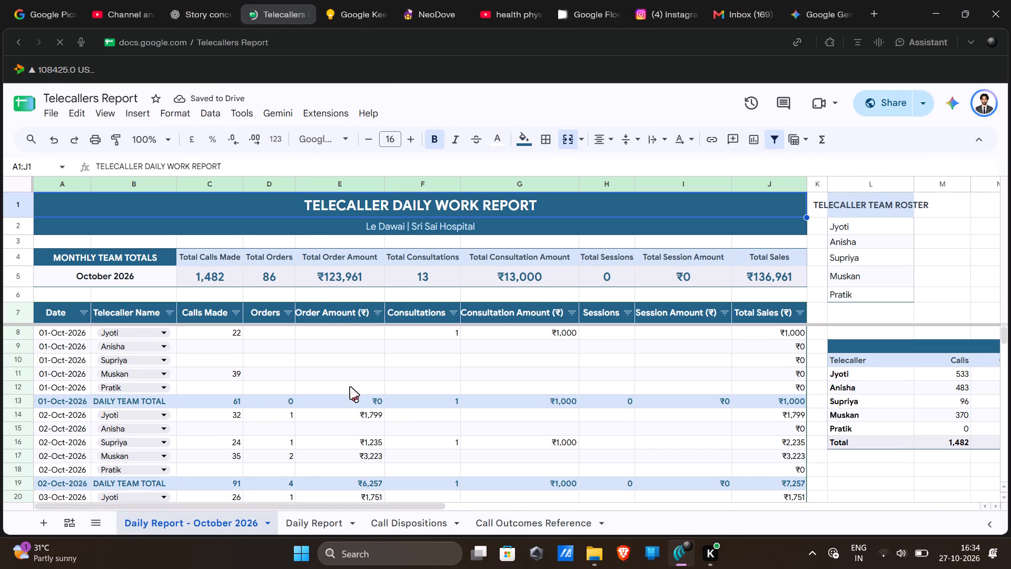
Find and examine the 27-Oct-2026 telecaller rows in the October 2026 daily report.
{"action": "scroll", "coordinate": [350, 387], "scroll_direction": "down", "scroll_amount": 8}
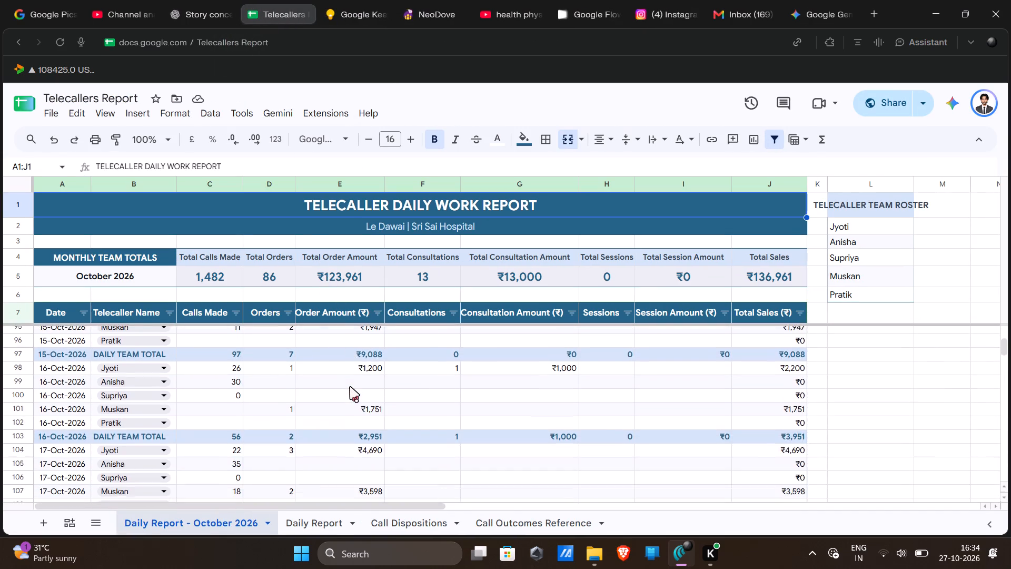
{"action": "scroll", "coordinate": [350, 387], "scroll_direction": "down", "scroll_amount": 2}
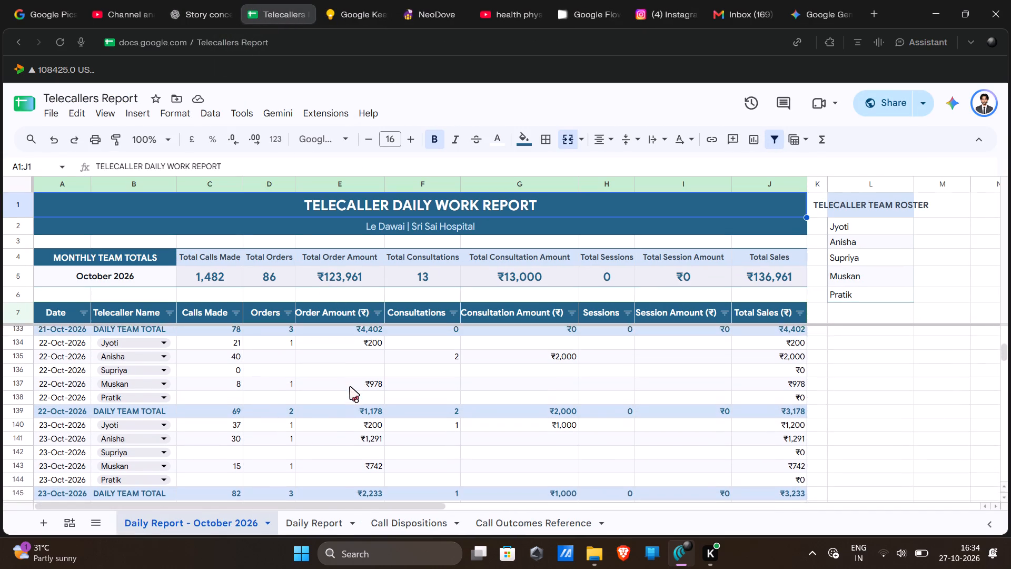
{"action": "scroll", "coordinate": [350, 387], "scroll_direction": "down", "scroll_amount": 1}
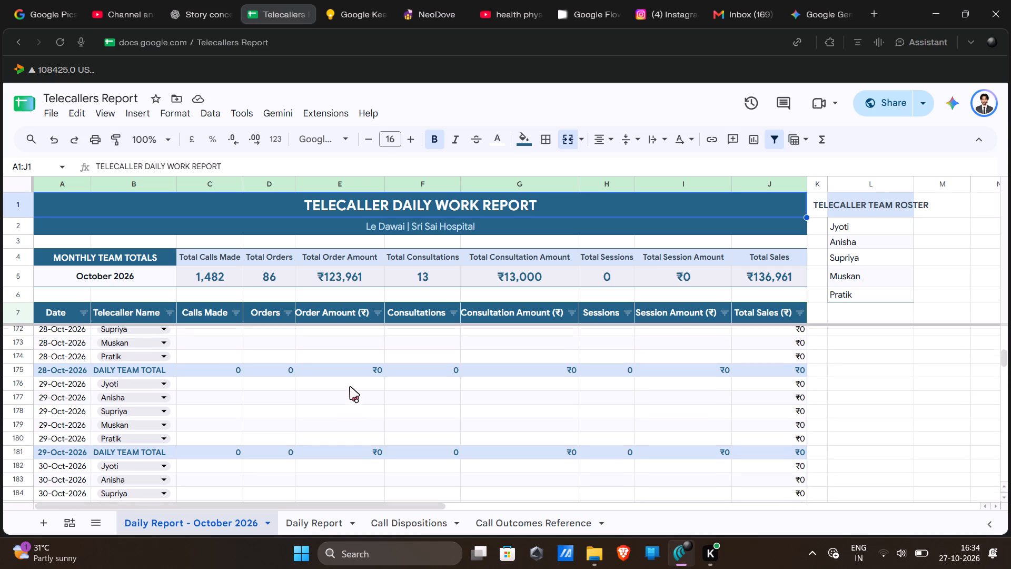
{"action": "scroll", "coordinate": [350, 387], "scroll_direction": "up", "scroll_amount": 1}
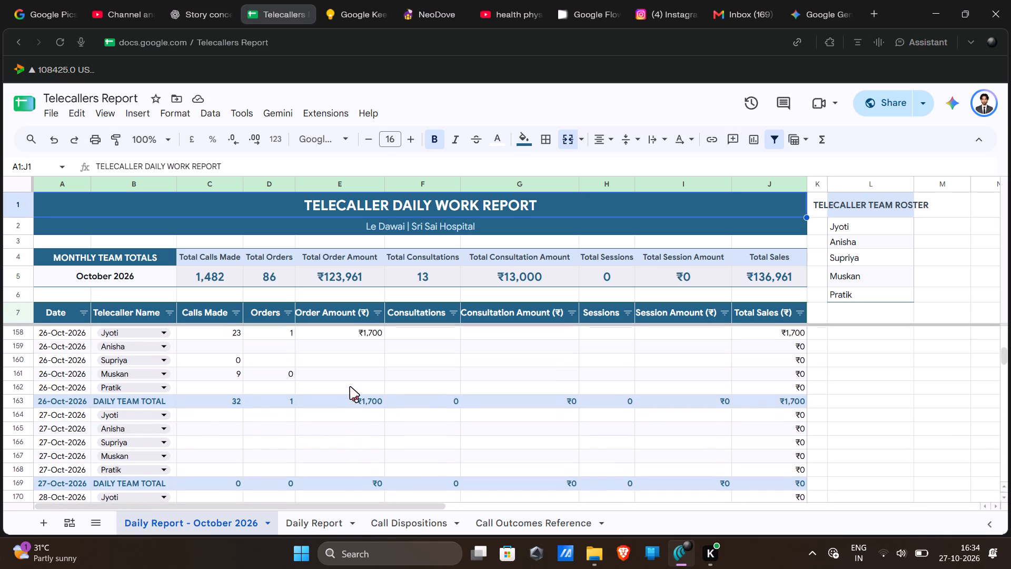
{"action": "scroll", "coordinate": [350, 387], "scroll_direction": "up", "scroll_amount": 1}
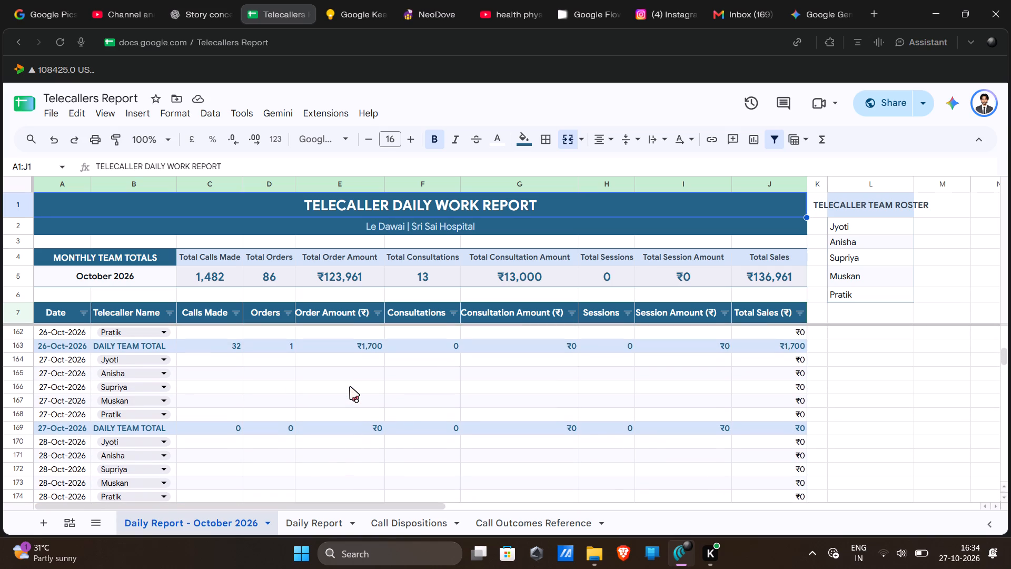
Enter 14 calls made for Supriya on 27-Oct-2026 in the October 2026 daily report.
{"action": "double_click", "coordinate": [209, 388]}
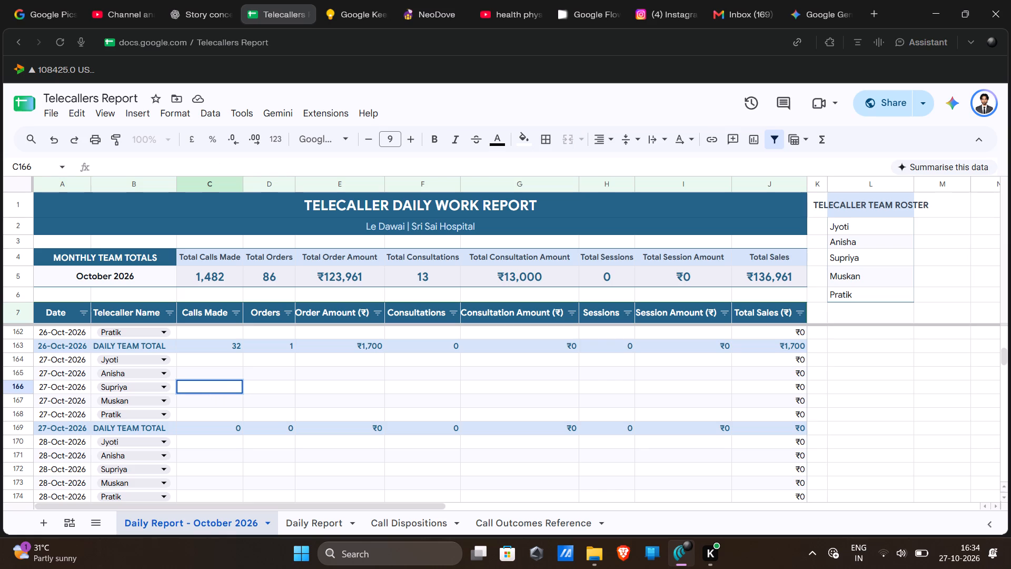
{"action": "type", "text": "14"}
Fill Jyoti's 27-Oct-2026 row with 25 calls made, 1 order, order amount 300, 1 consultation and consultation amount 1000.
{"action": "double_click", "coordinate": [214, 358]}
{"action": "type", "text": "25"}
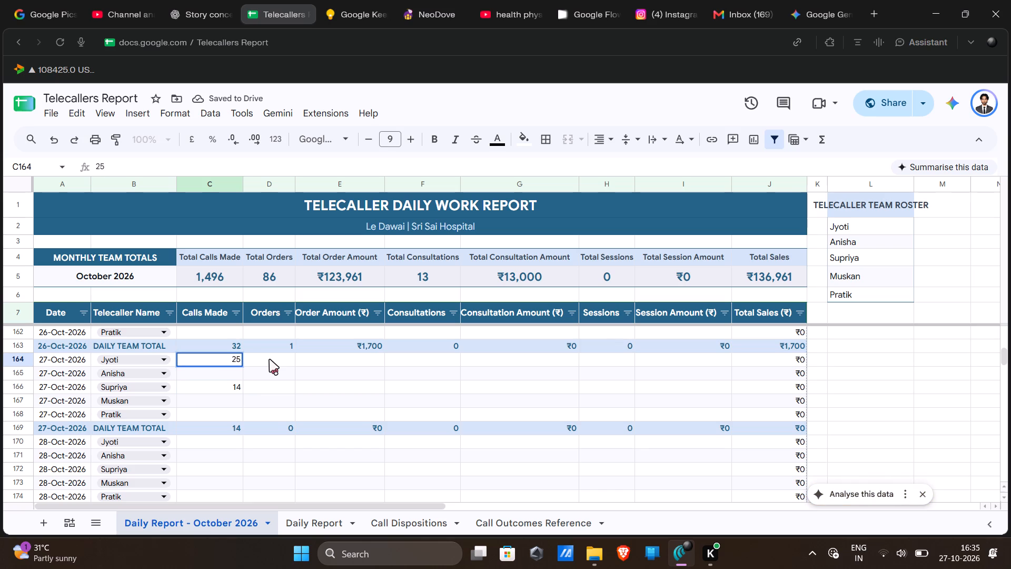
{"action": "double_click", "coordinate": [273, 359]}
{"action": "key", "text": "1"}
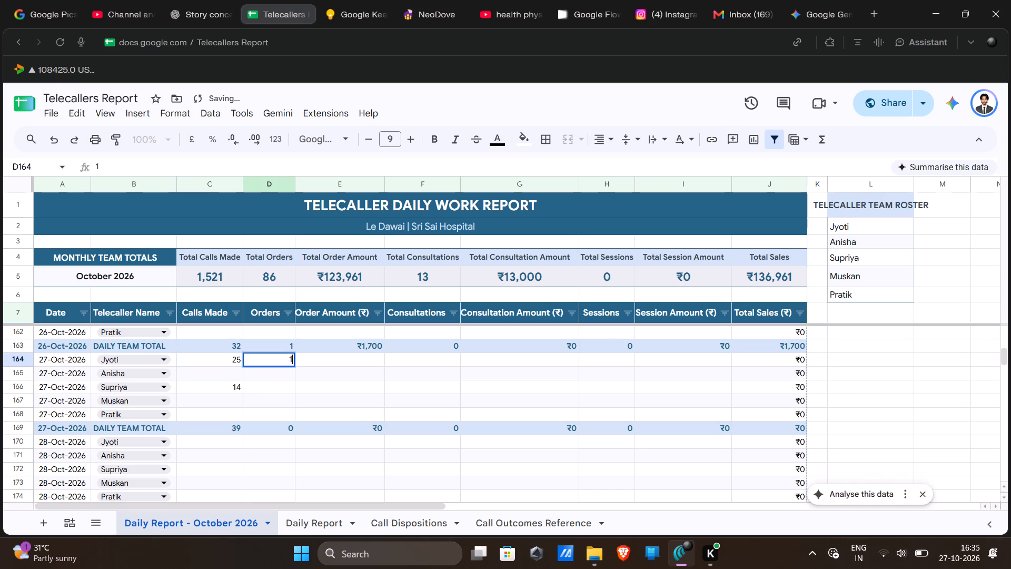
{"action": "double_click", "coordinate": [342, 360]}
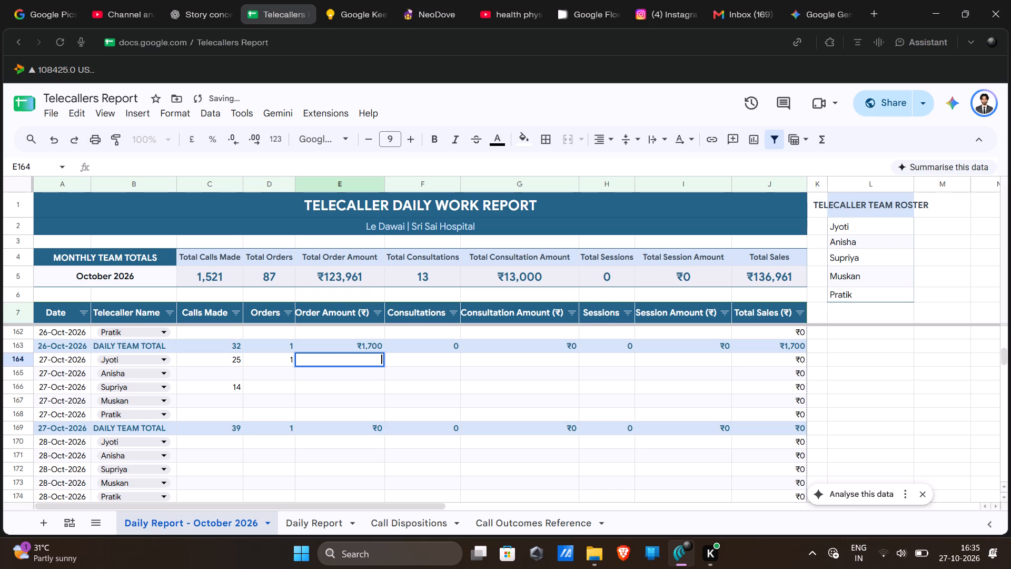
{"action": "type", "text": "300"}
{"action": "double_click", "coordinate": [416, 359]}
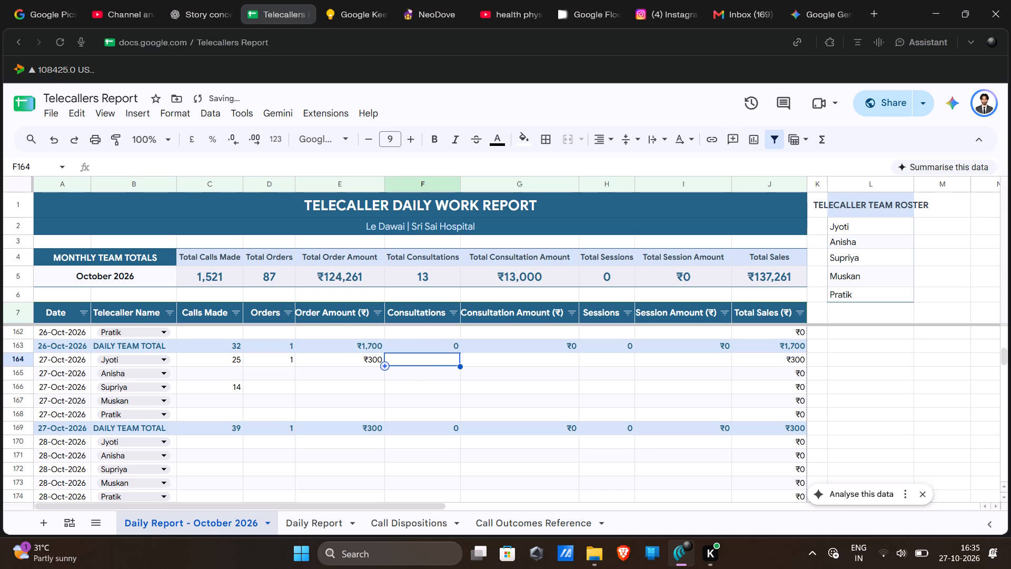
{"action": "key", "text": "1"}
{"action": "double_click", "coordinate": [490, 364]}
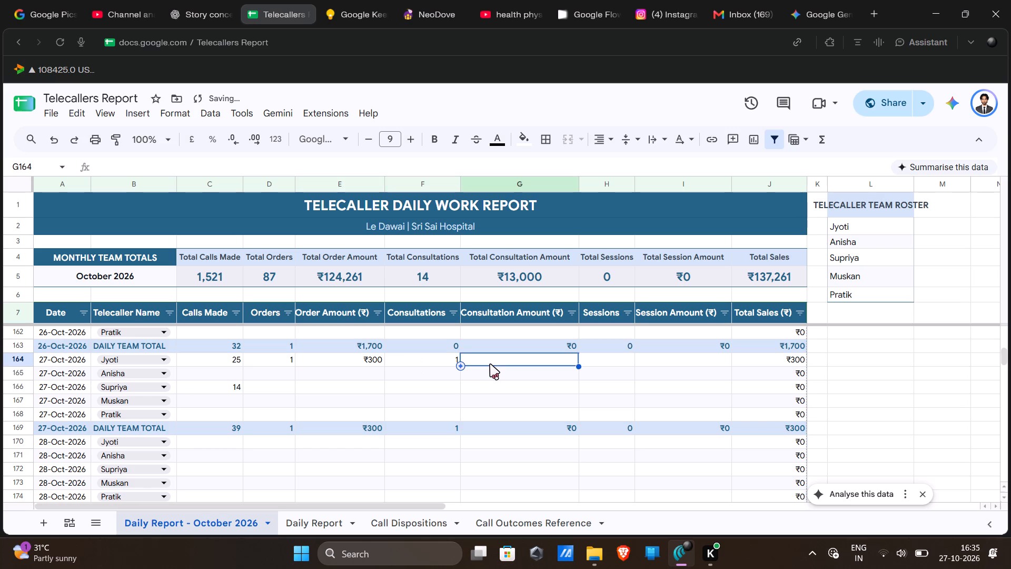
{"action": "type", "text": "1000"}
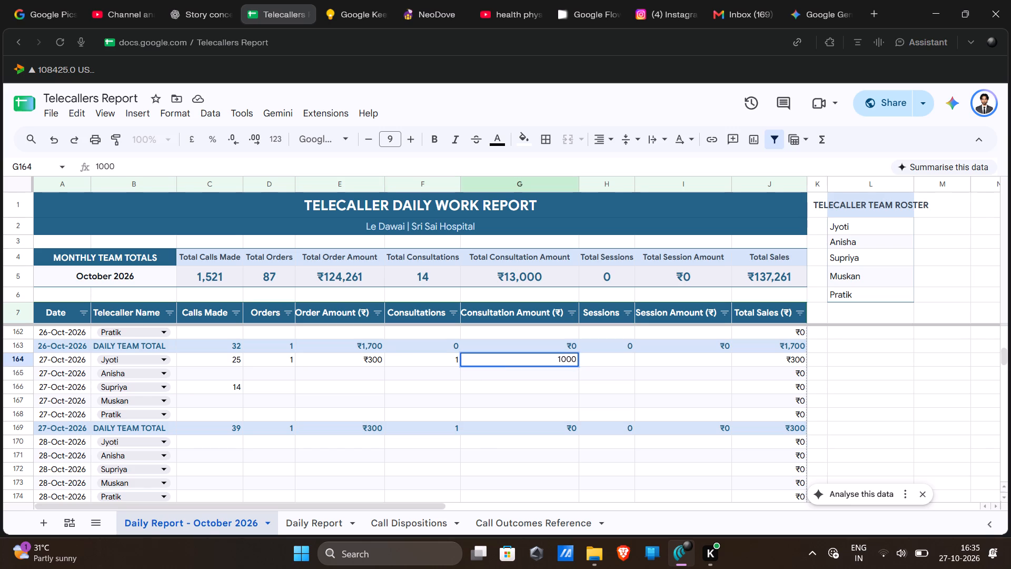
{"action": "left_click", "coordinate": [395, 390]}
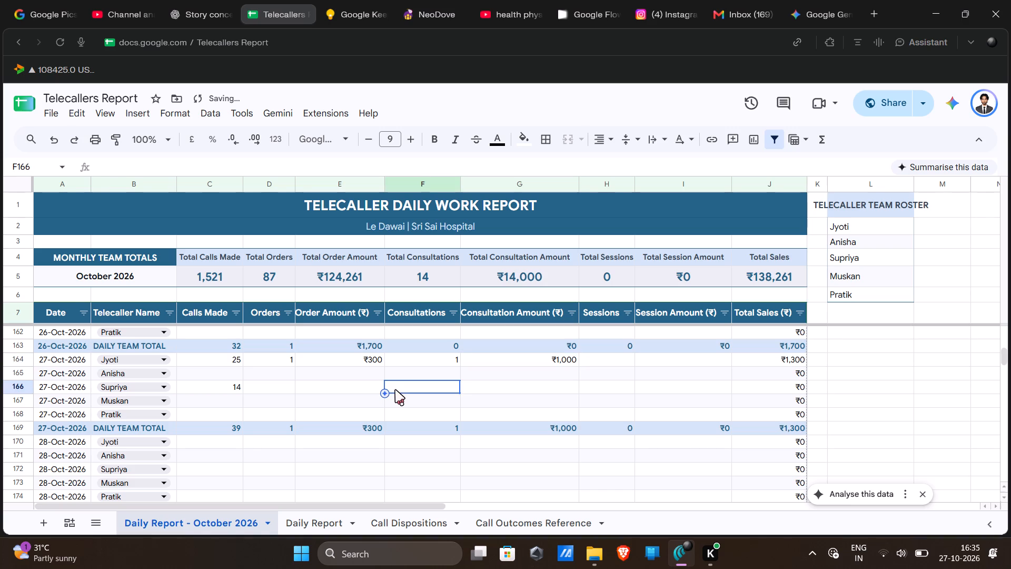
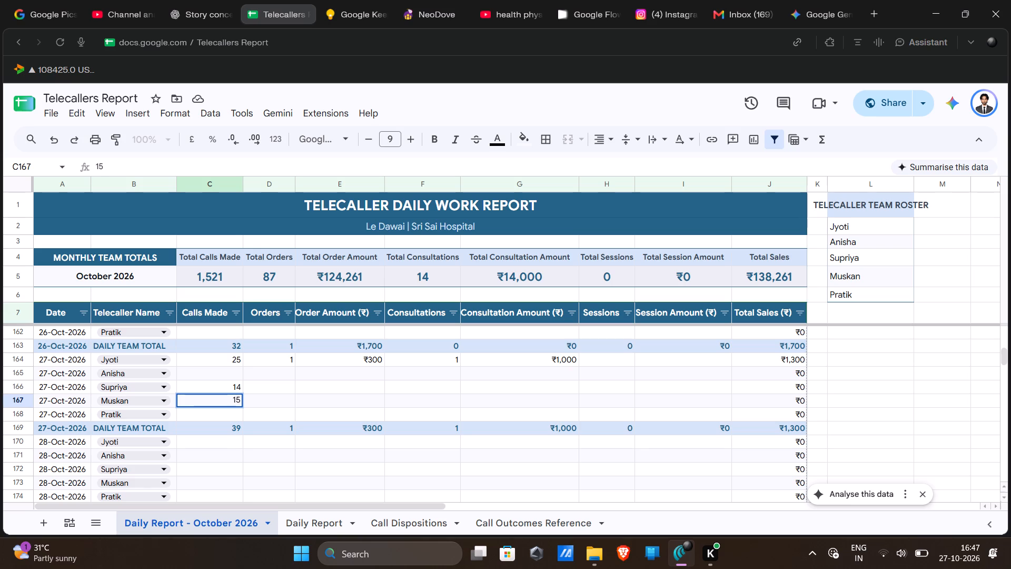
Enter 1 order and an order amount of 1600 in Muskan's 27-Oct-2026 row.
{"action": "double_click", "coordinate": [250, 400]}
{"action": "key", "text": "1"}
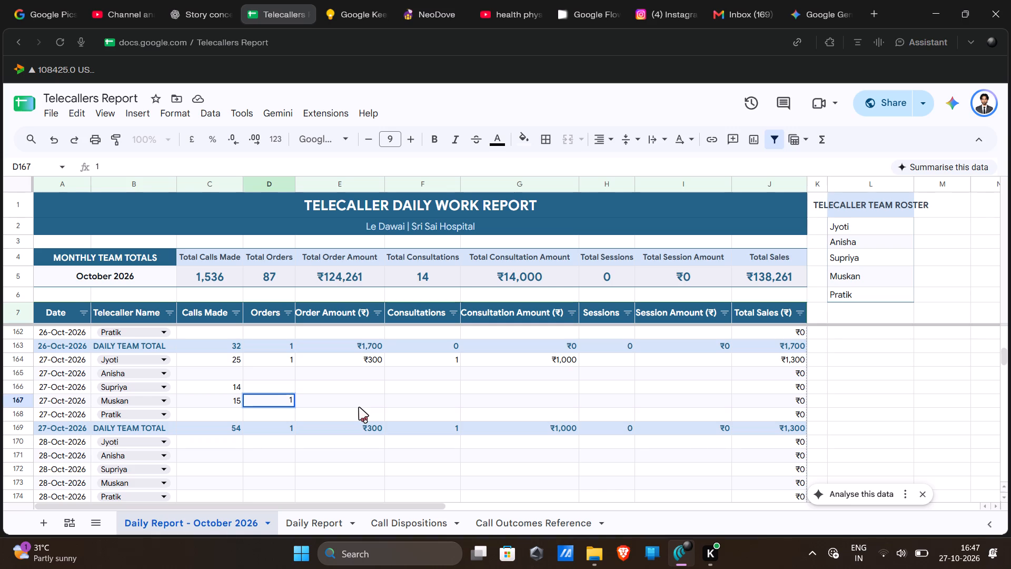
{"action": "double_click", "coordinate": [355, 407]}
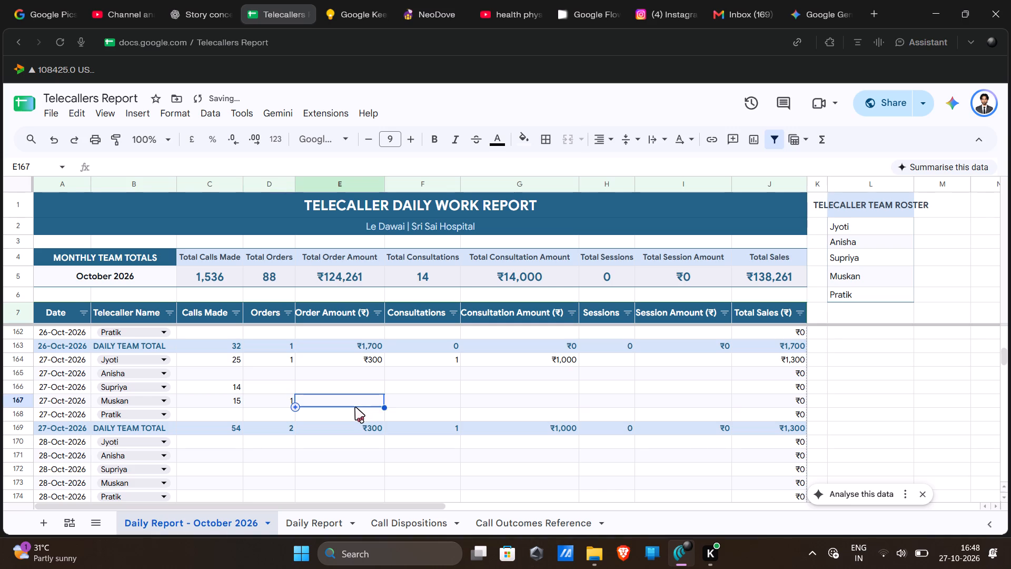
{"action": "key", "text": "1"}
{"action": "key", "text": "6"}
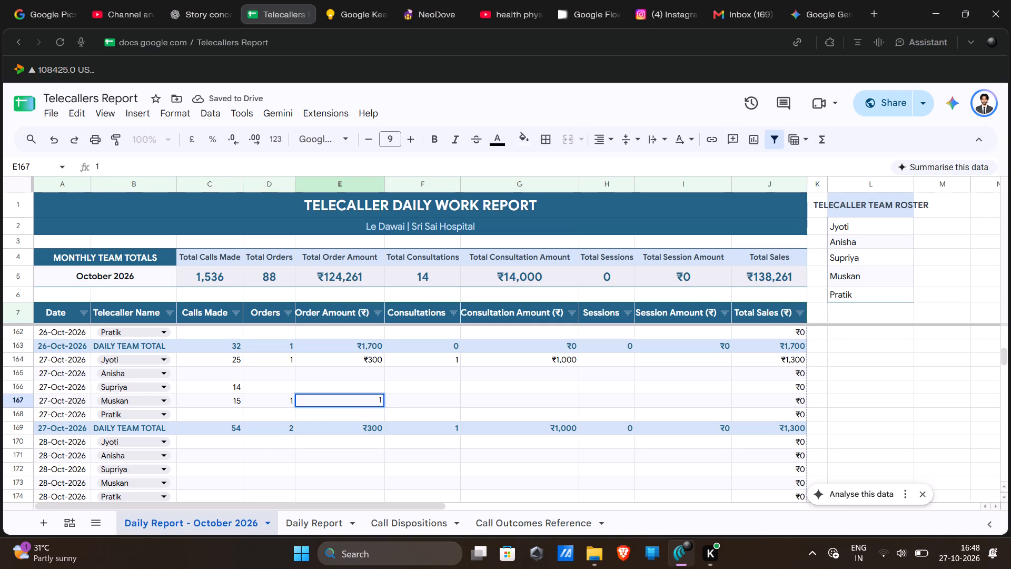
{"action": "type", "text": "00"}
{"action": "left_click", "coordinate": [540, 400]}
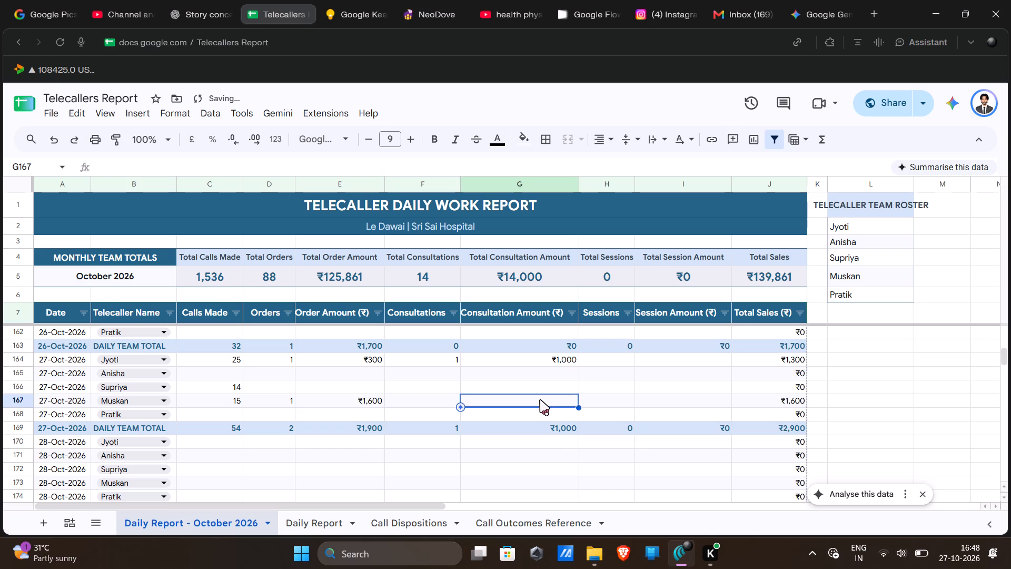
{"action": "left_click", "coordinate": [593, 469]}
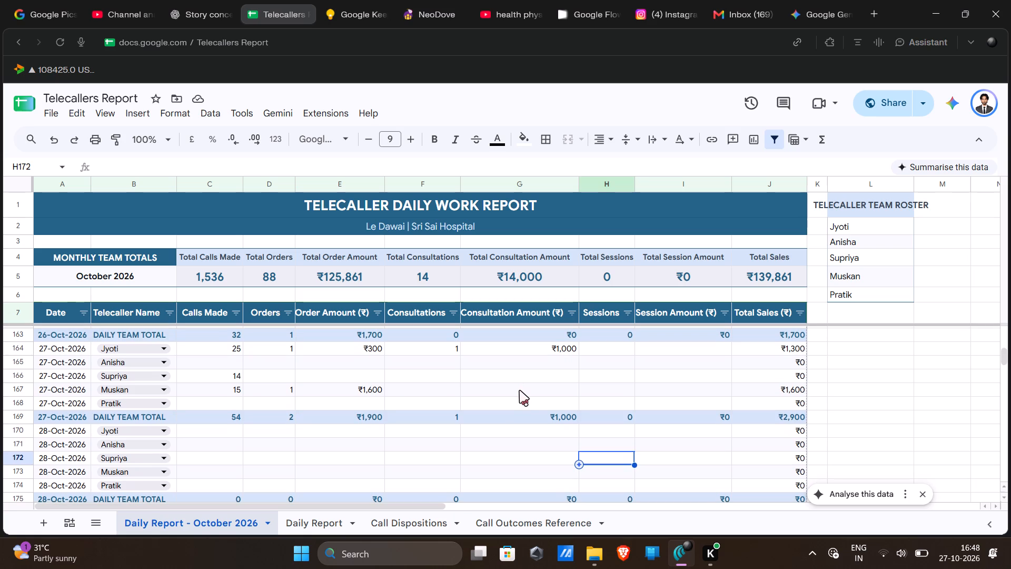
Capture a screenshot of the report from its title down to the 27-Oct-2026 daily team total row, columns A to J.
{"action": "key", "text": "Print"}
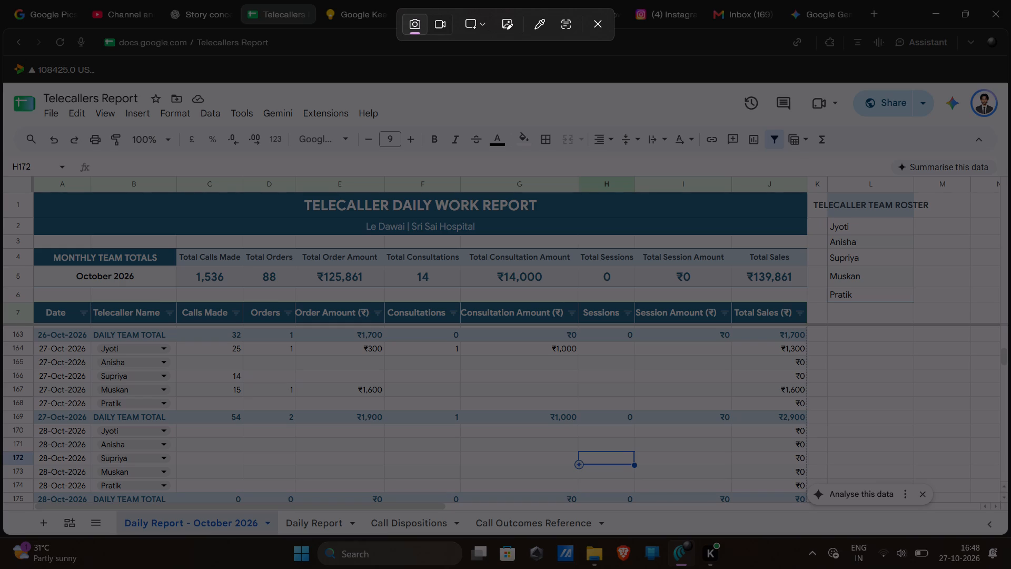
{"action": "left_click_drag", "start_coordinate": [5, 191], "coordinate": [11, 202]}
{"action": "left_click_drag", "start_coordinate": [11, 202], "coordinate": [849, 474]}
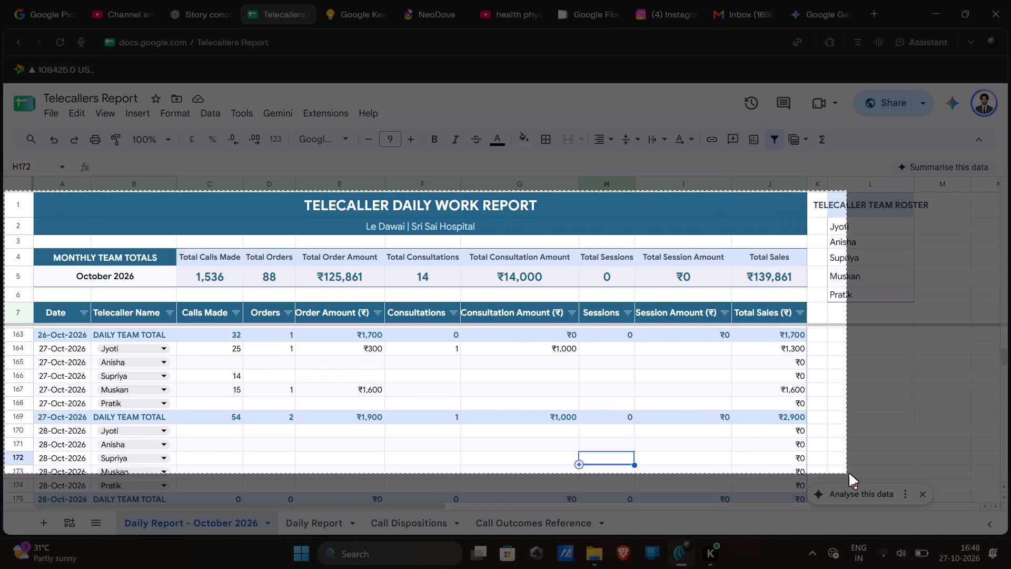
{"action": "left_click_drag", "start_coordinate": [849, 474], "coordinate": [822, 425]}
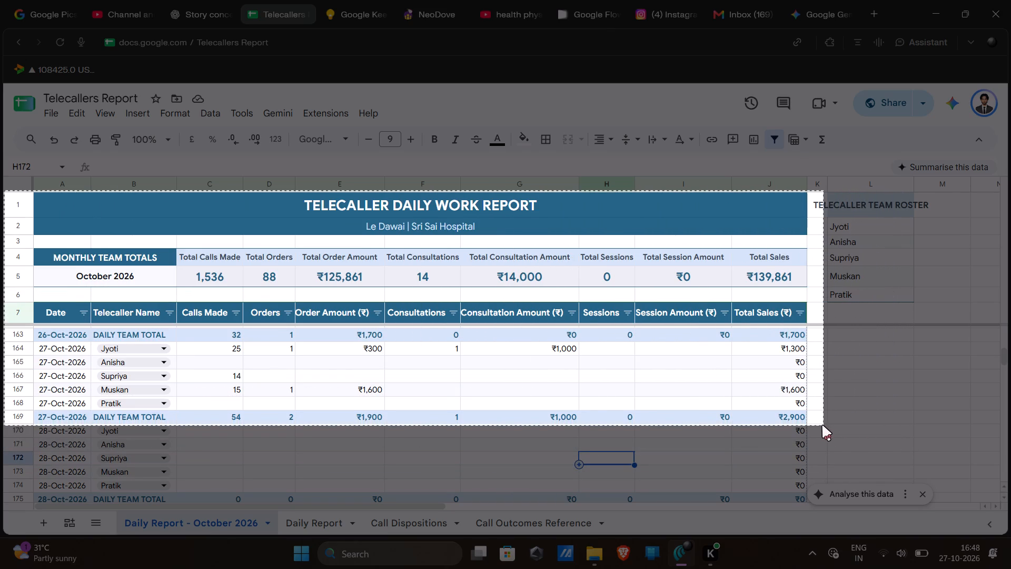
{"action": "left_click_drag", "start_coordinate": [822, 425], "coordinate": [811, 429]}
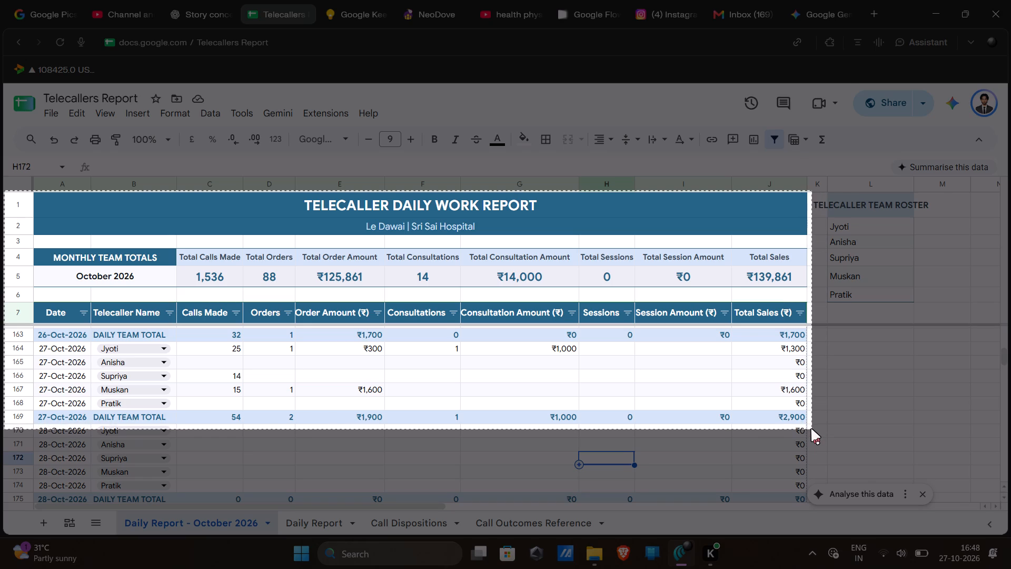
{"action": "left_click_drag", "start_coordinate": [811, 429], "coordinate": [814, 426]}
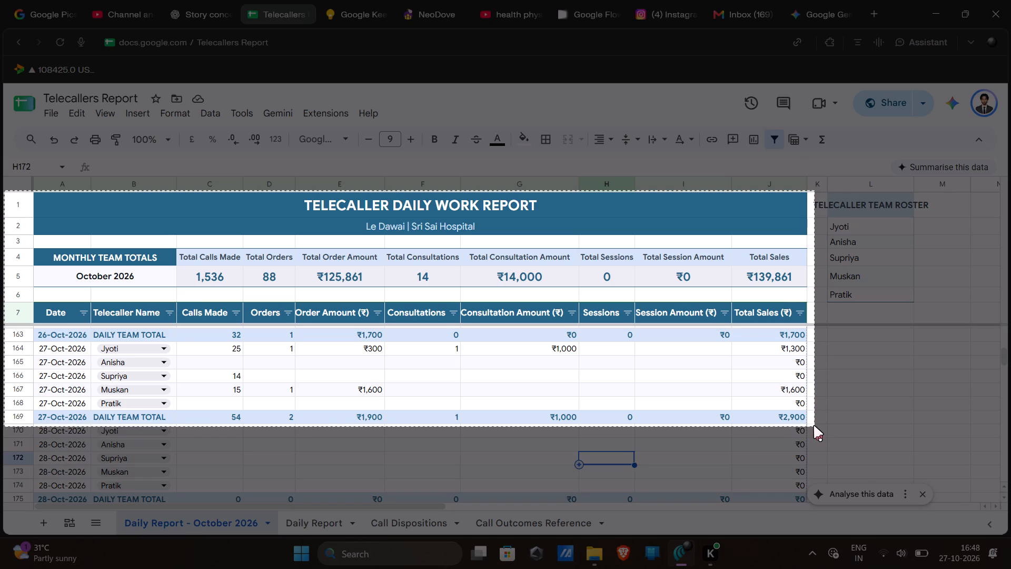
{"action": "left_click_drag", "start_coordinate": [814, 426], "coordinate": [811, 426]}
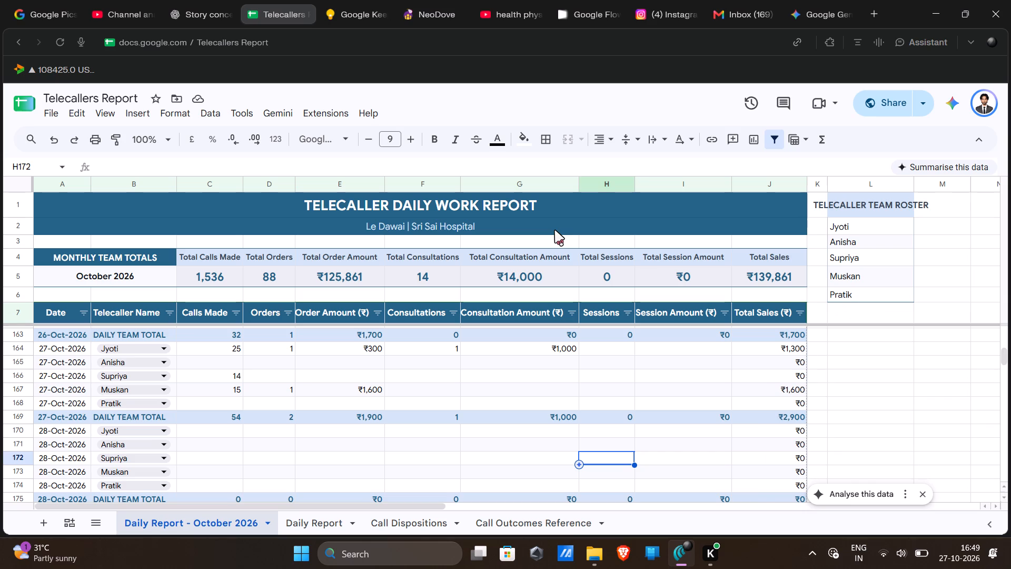
Retake the screenshot of the report from its title through the 27-Oct-2026 daily team total row, columns A to J.
{"action": "left_click", "coordinate": [555, 230]}
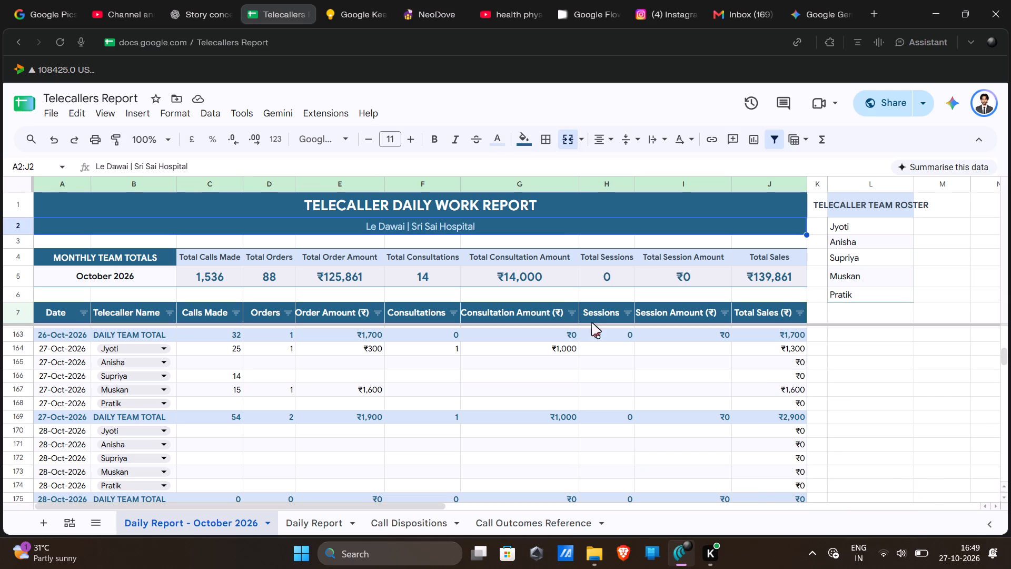
{"action": "left_click", "coordinate": [606, 457]}
{"action": "key", "text": "Print"}
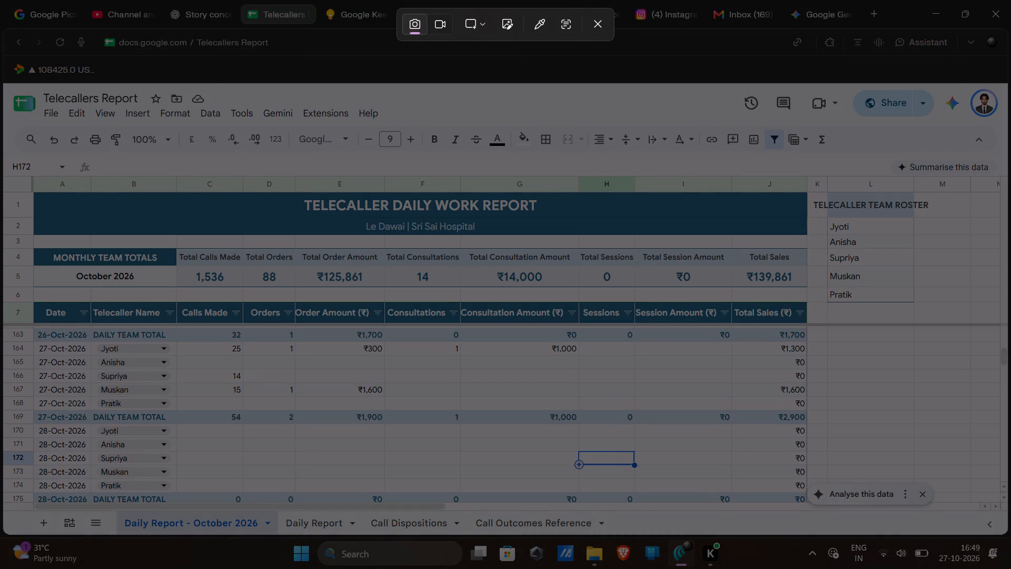
{"action": "left_click_drag", "start_coordinate": [4, 191], "coordinate": [811, 416]}
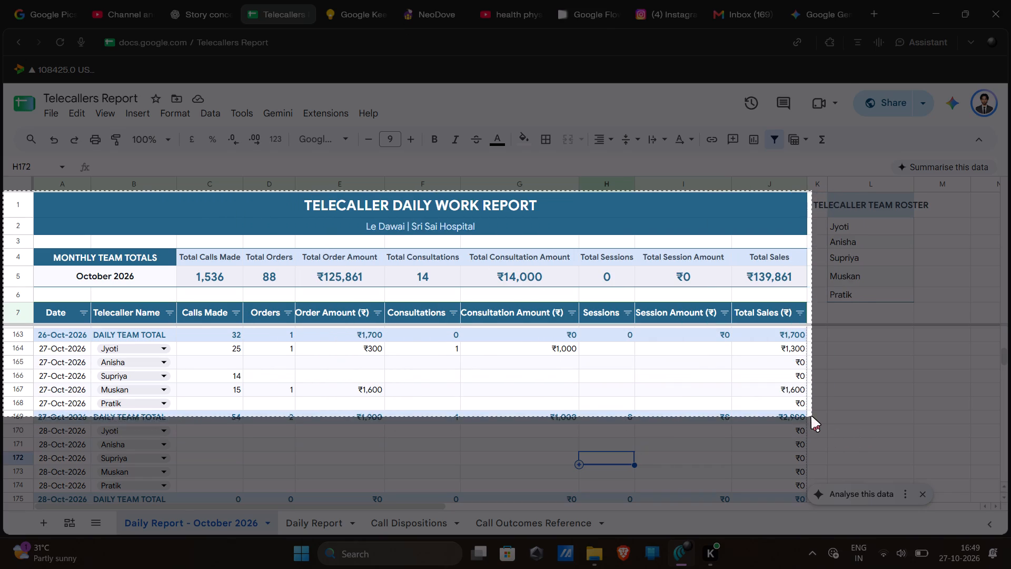
{"action": "left_click_drag", "start_coordinate": [811, 416], "coordinate": [810, 426]}
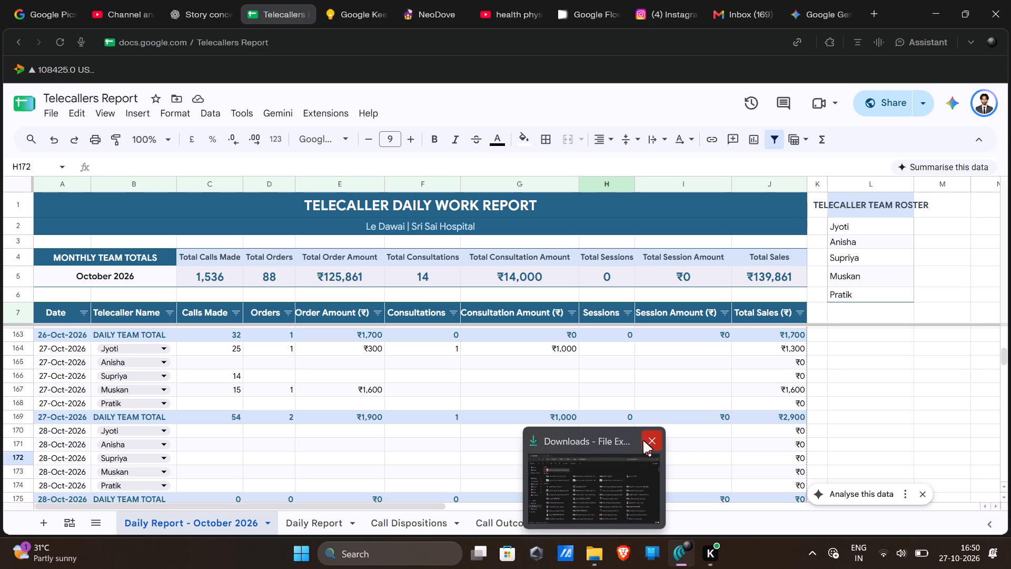
Close the Downloads window of File Explorer.
{"action": "left_click", "coordinate": [643, 441]}
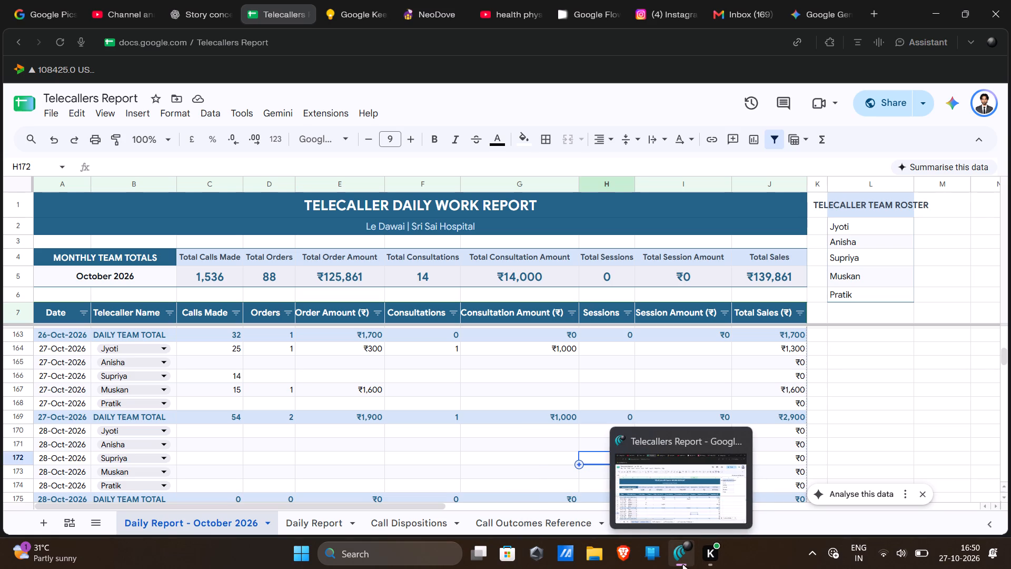
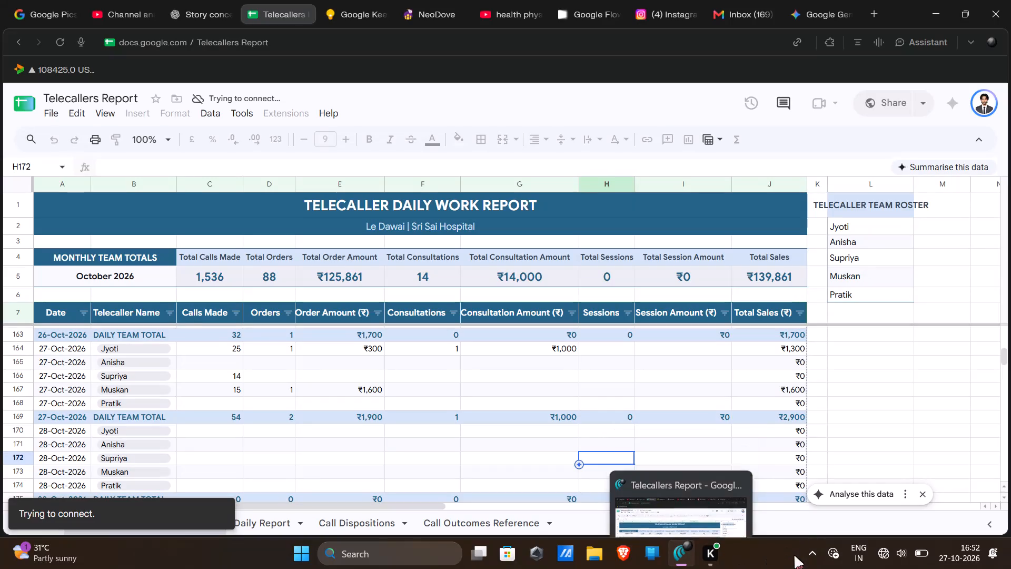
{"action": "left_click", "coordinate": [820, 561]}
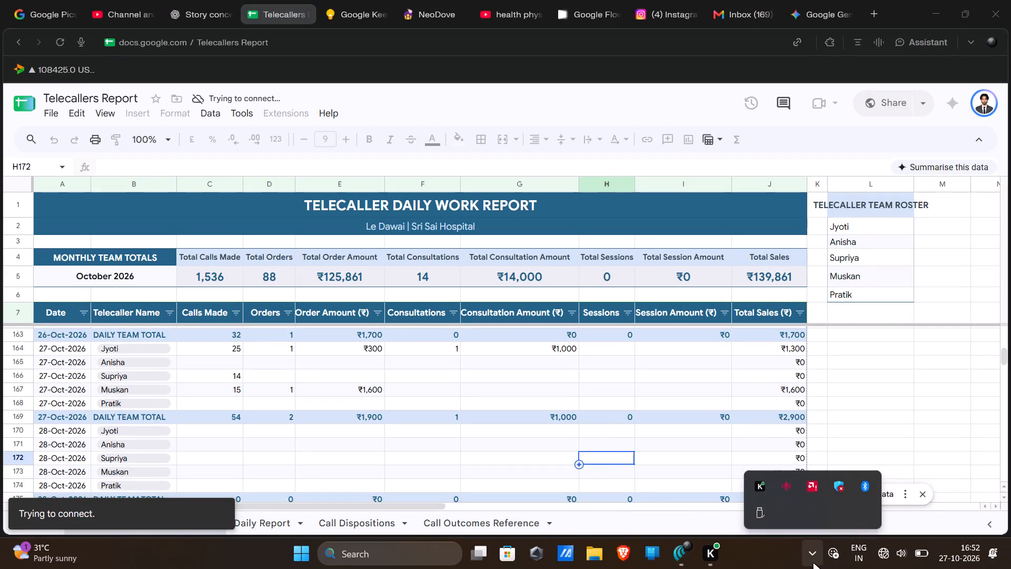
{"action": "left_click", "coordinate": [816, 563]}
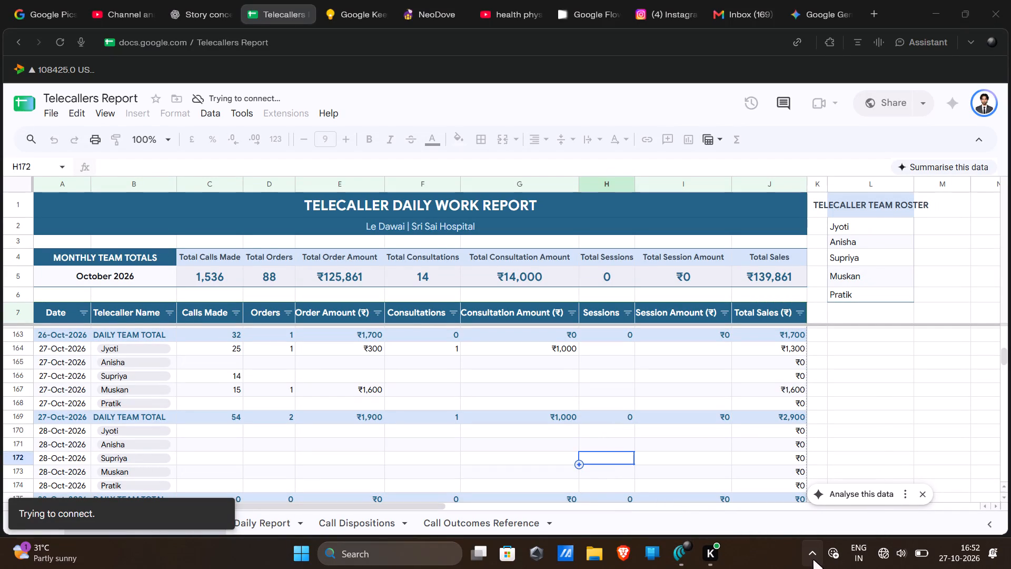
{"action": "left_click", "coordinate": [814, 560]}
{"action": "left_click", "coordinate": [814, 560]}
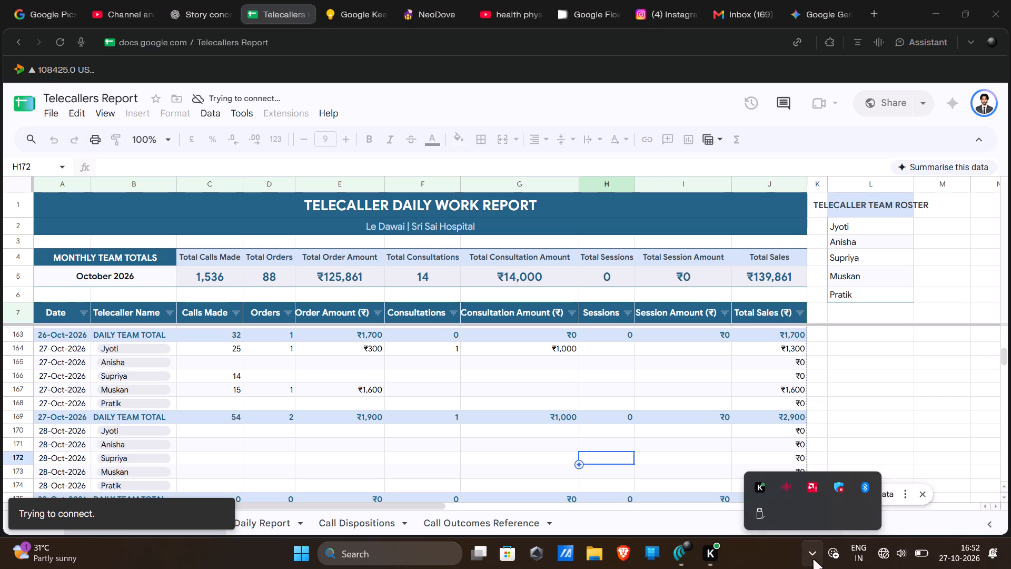
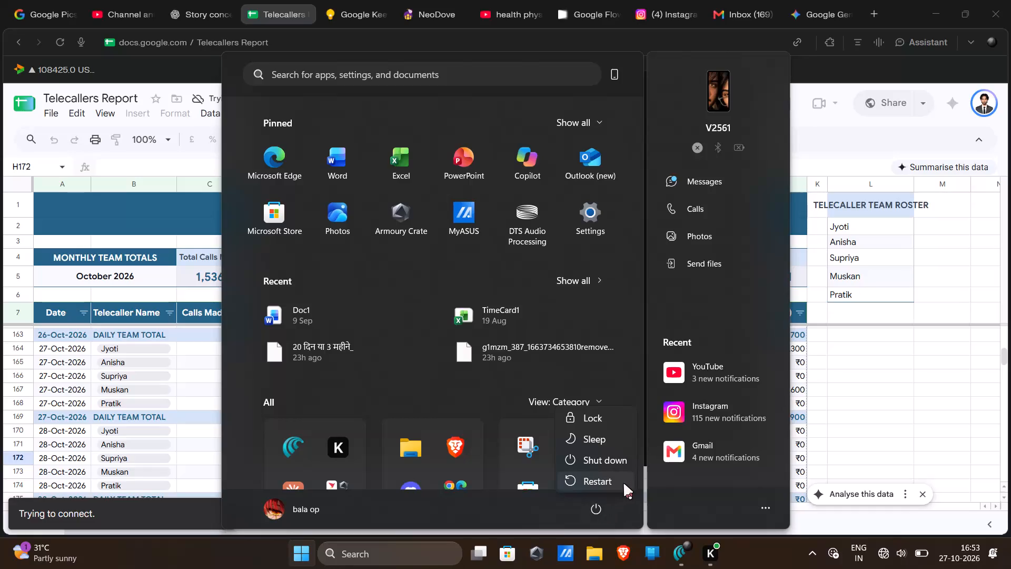
Restart the computer.
{"action": "left_click", "coordinate": [623, 484]}
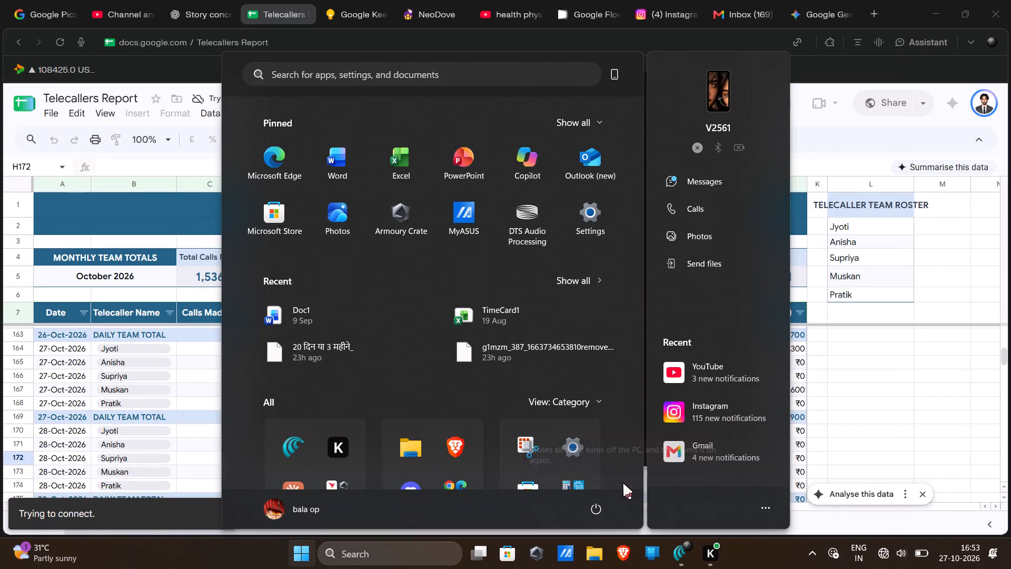